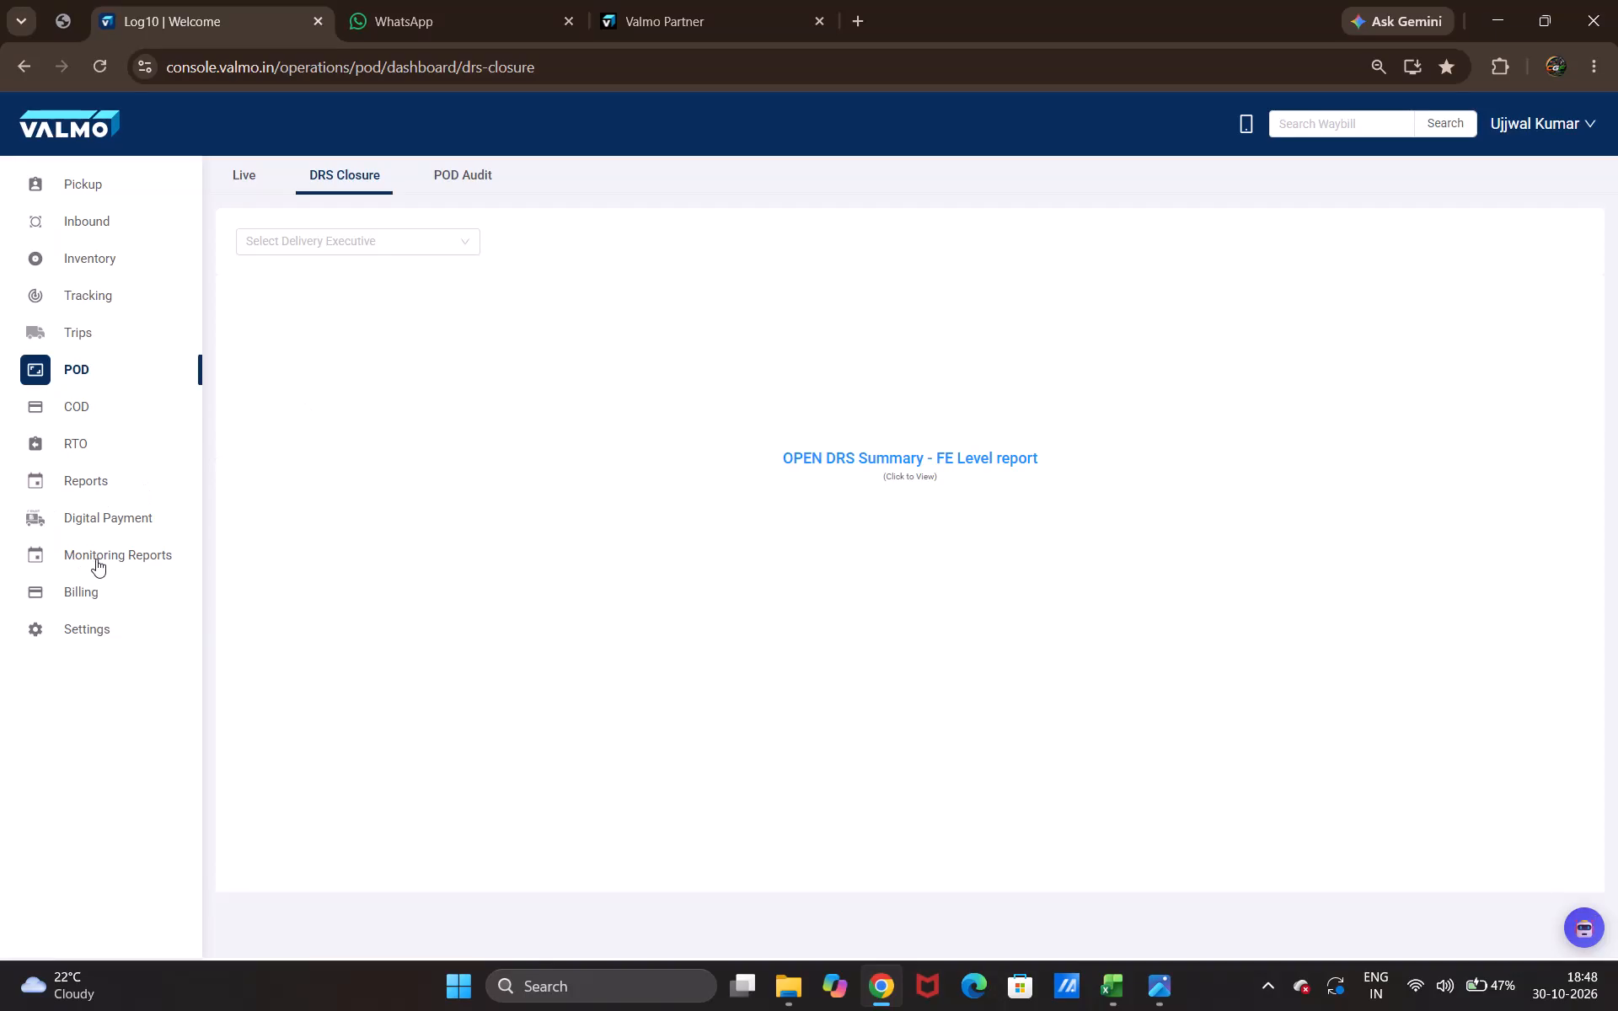
Open today's FE-level performance and COD collected report under LM Hub Visibility and check the cash collected per delivery executive.
left_click(98, 559)
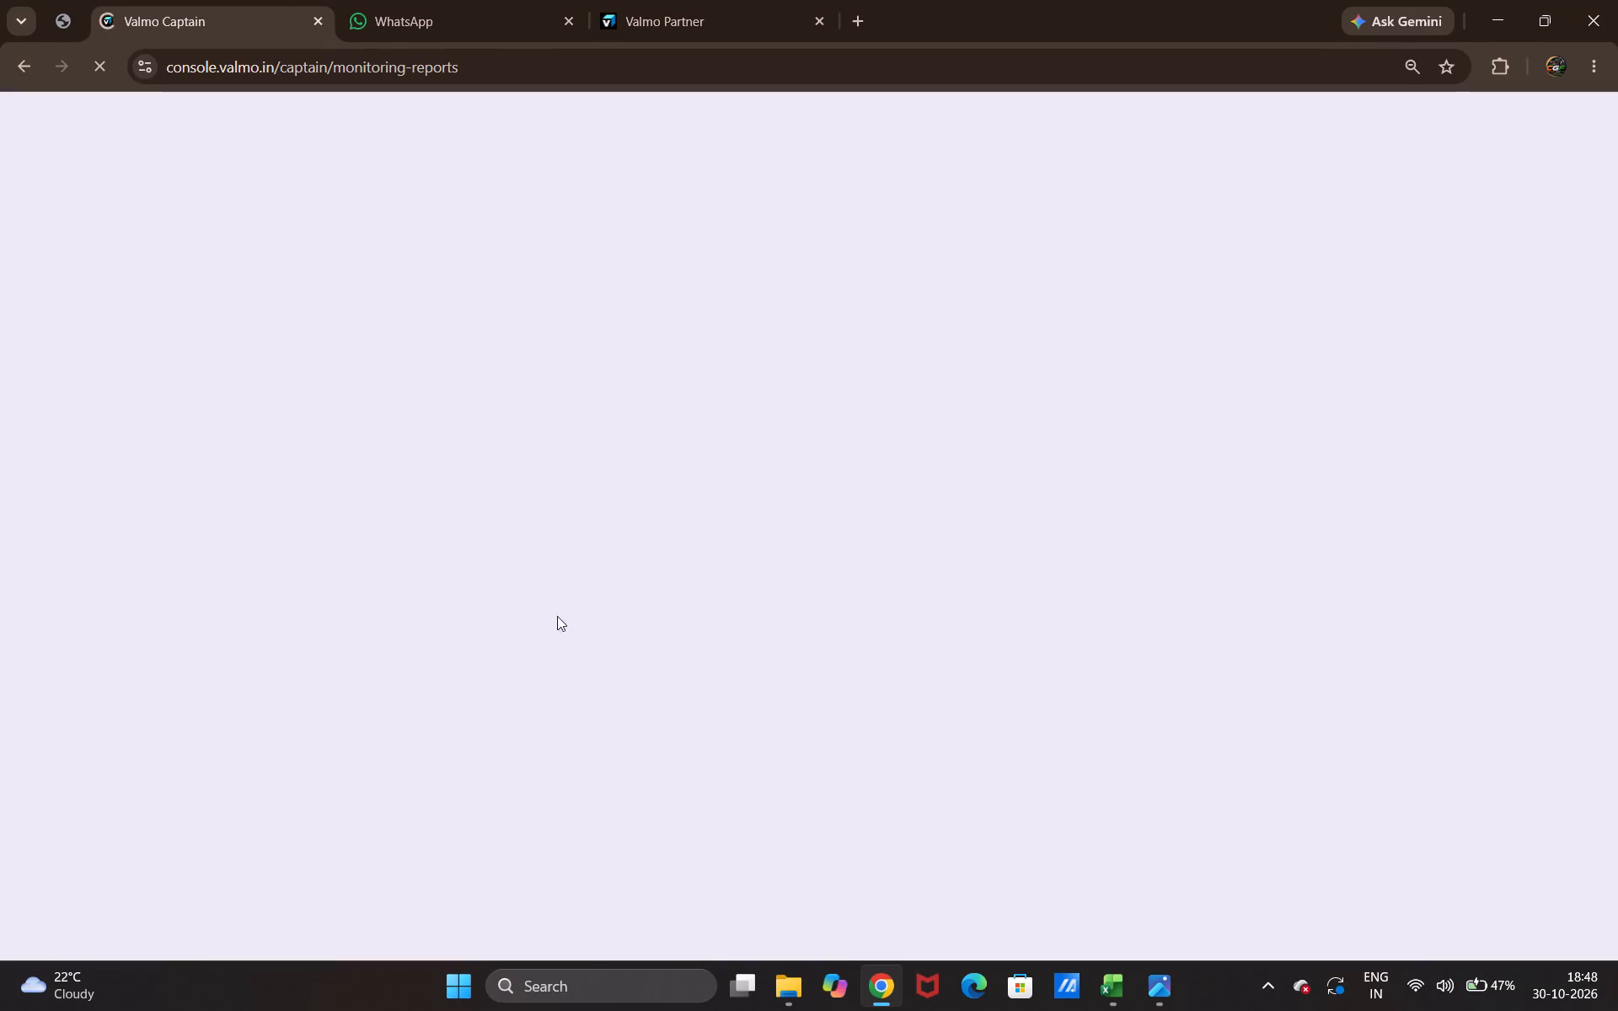
scroll(646, 621, "down", 1)
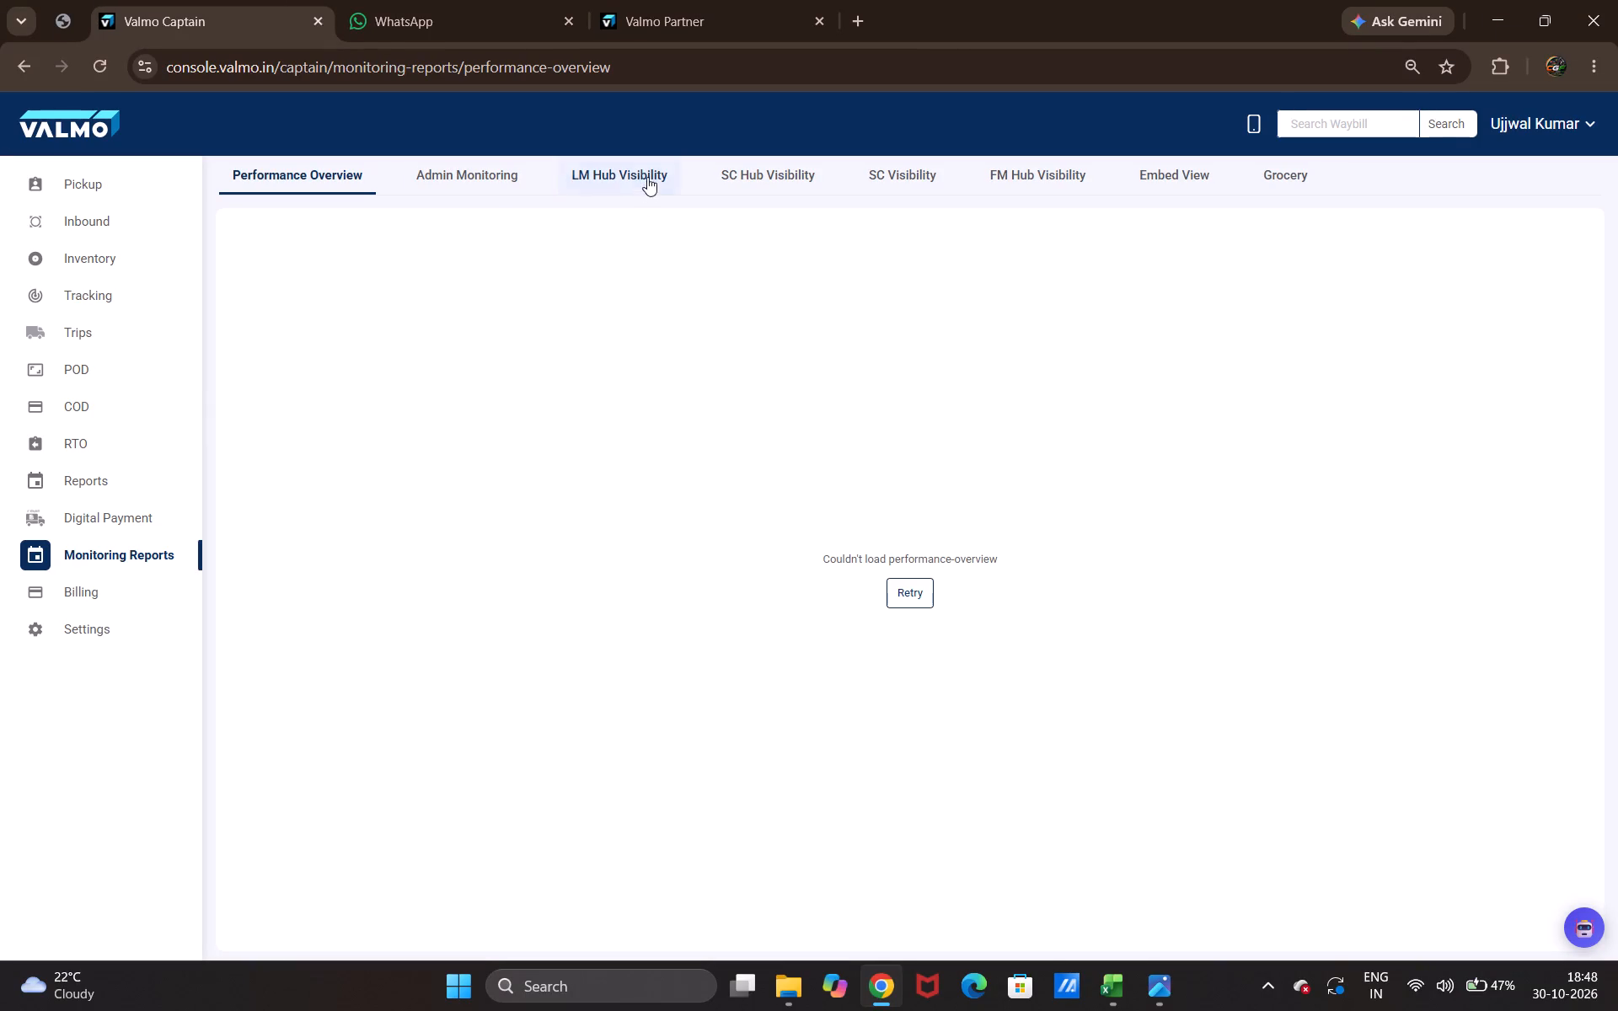
left_click(647, 177)
scroll(738, 460, "down", 5)
scroll(783, 526, "down", 4)
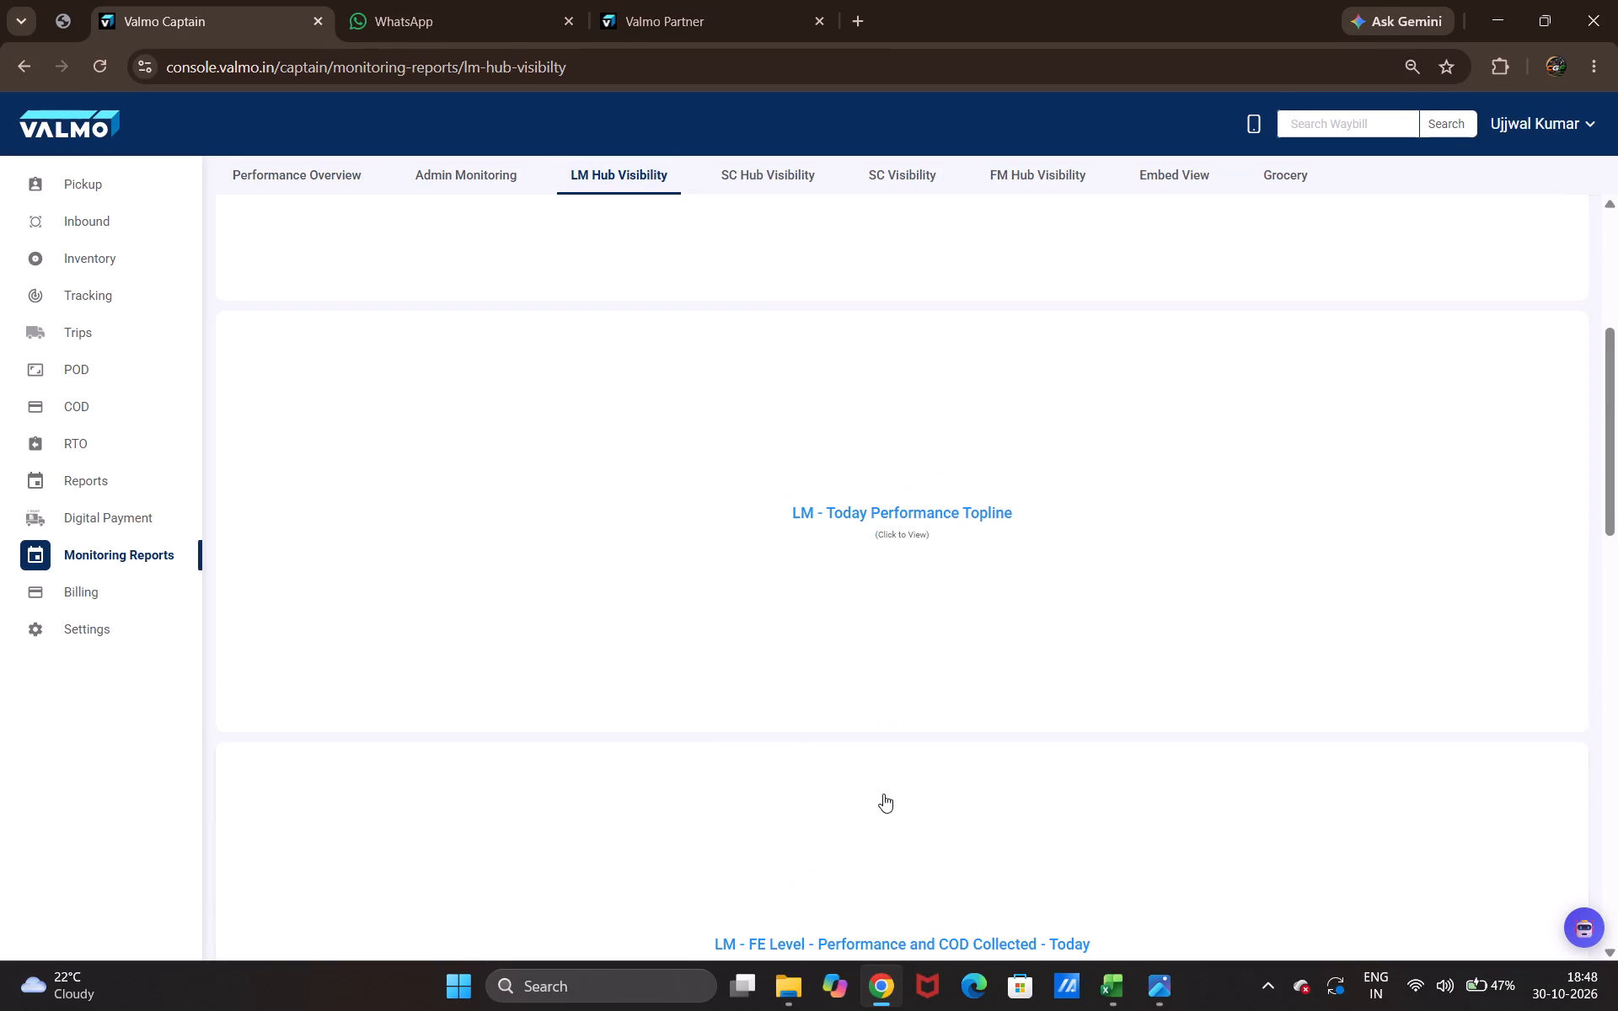
left_click(883, 794)
scroll(915, 773, "down", 3)
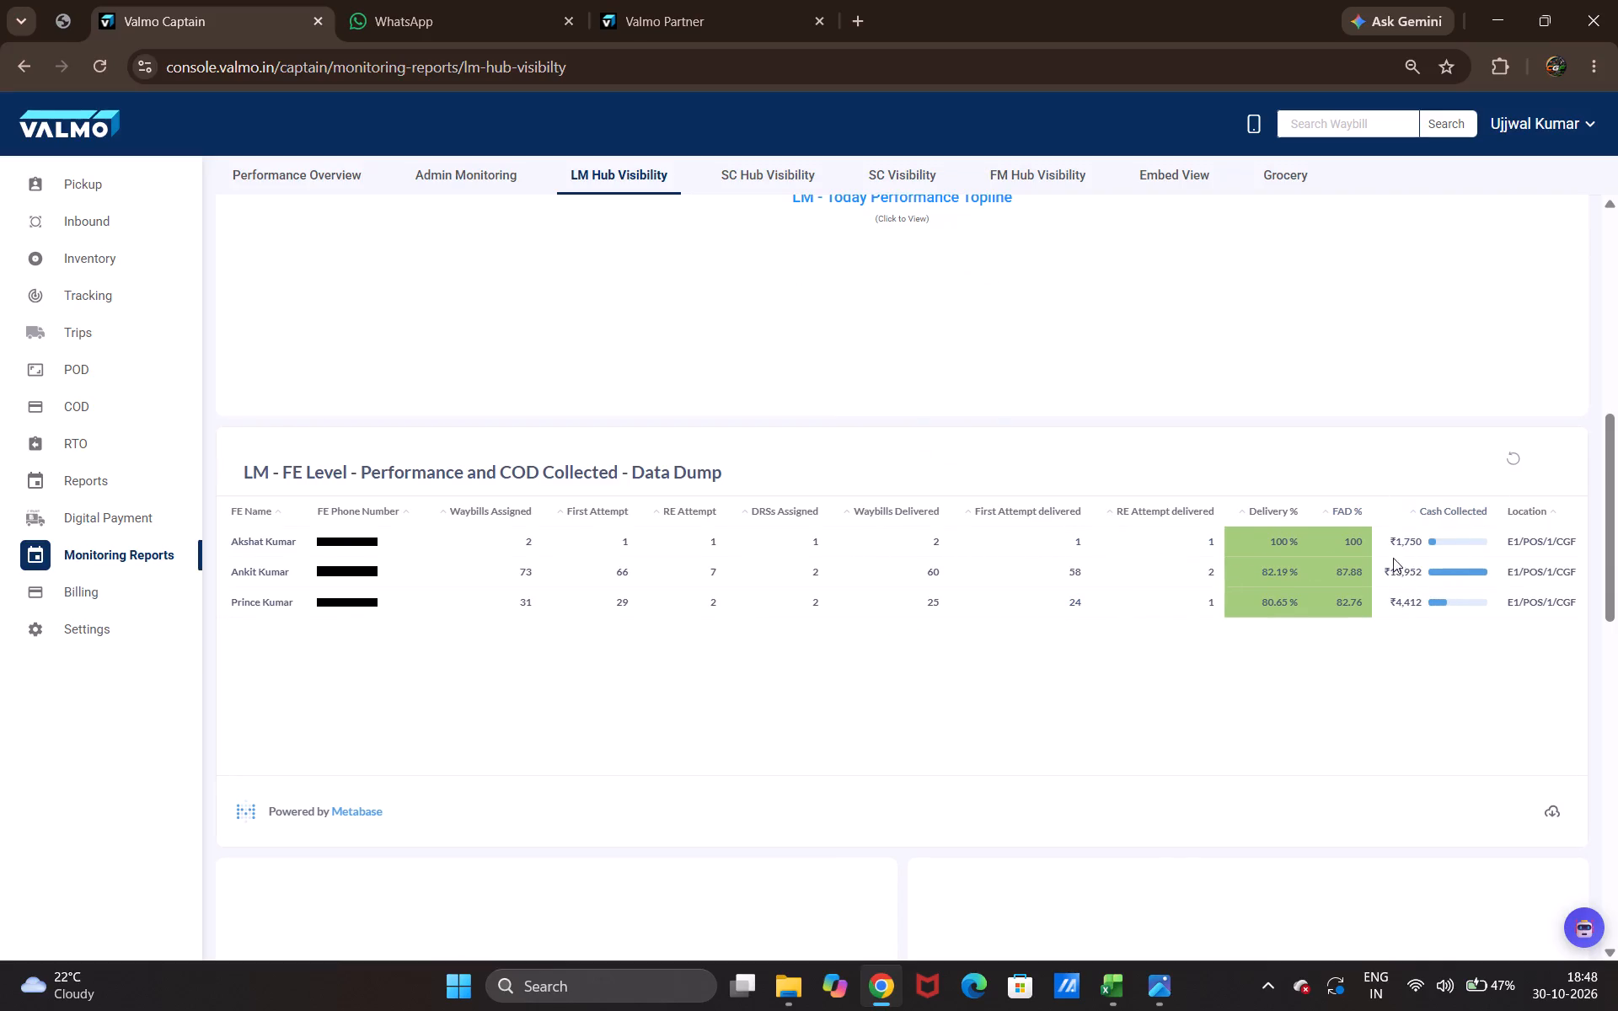
left_click(1405, 564)
left_click(1408, 572)
left_click(1401, 569)
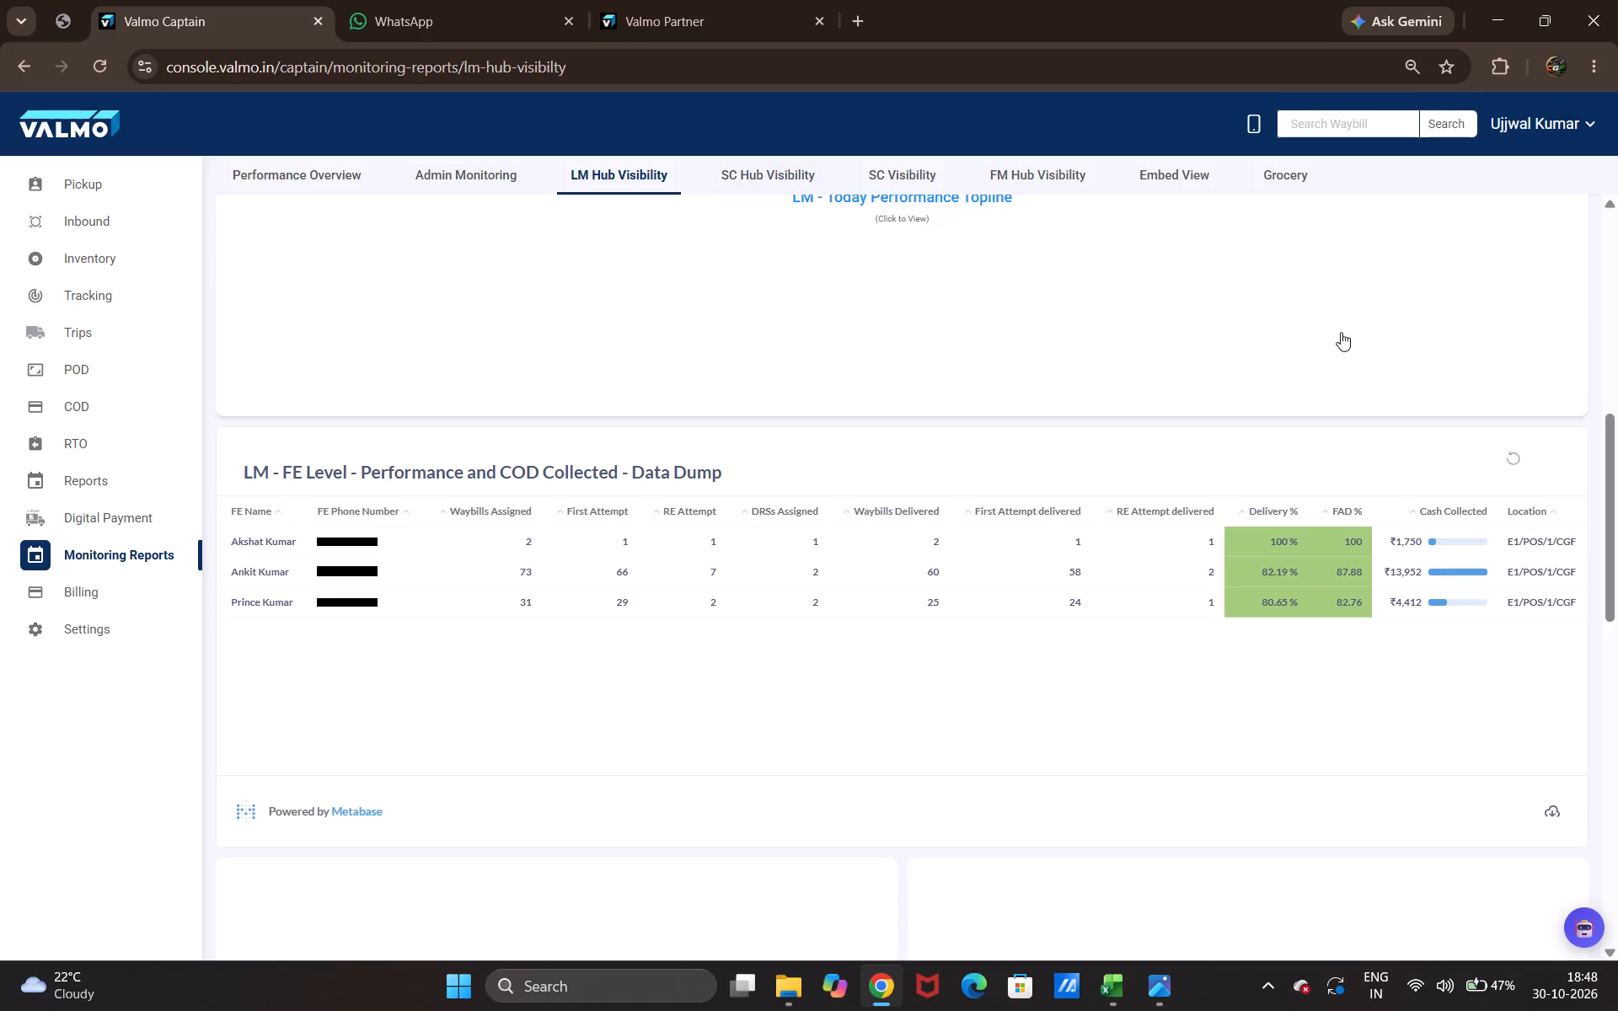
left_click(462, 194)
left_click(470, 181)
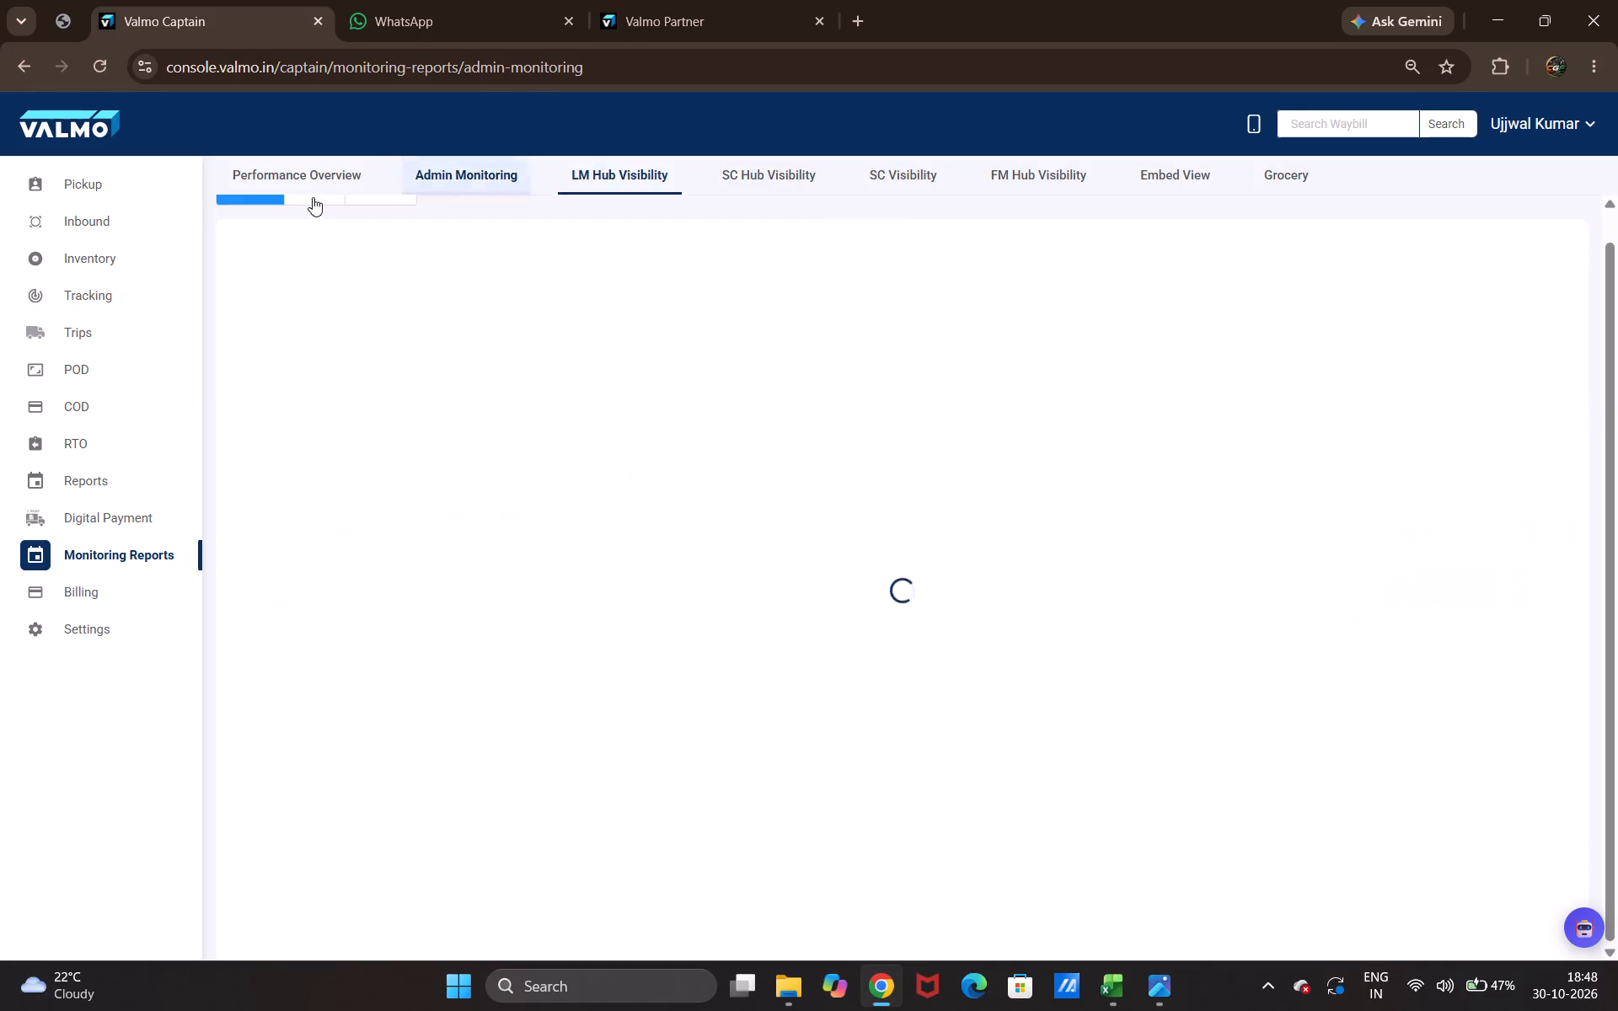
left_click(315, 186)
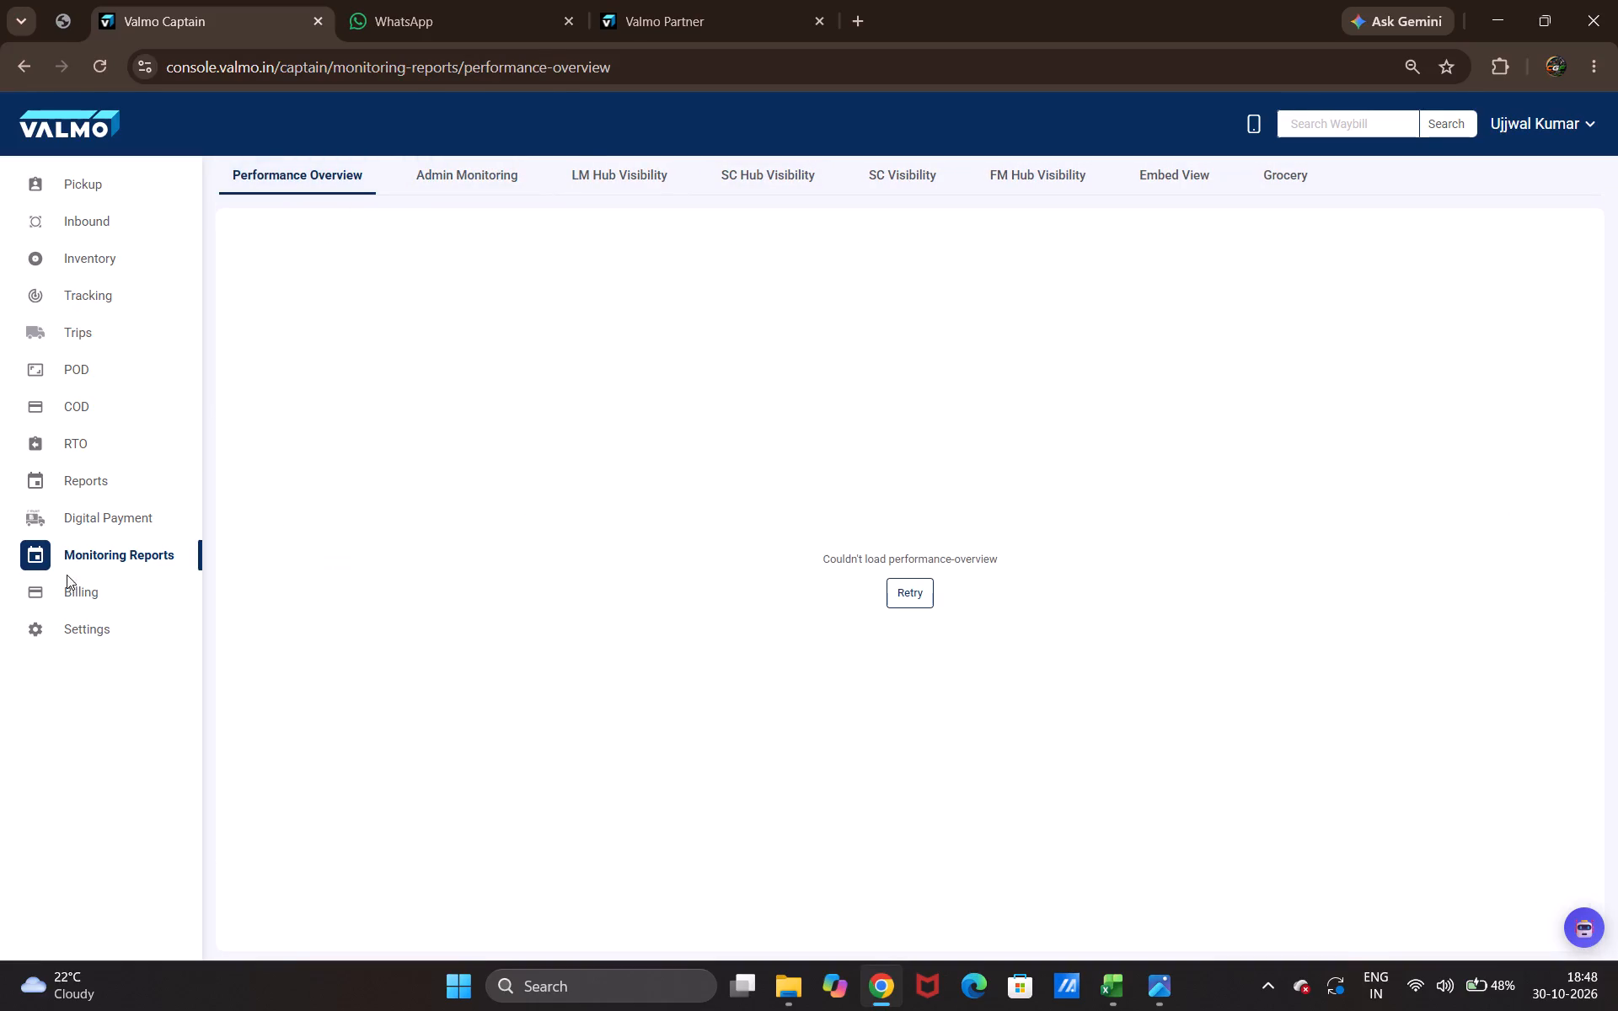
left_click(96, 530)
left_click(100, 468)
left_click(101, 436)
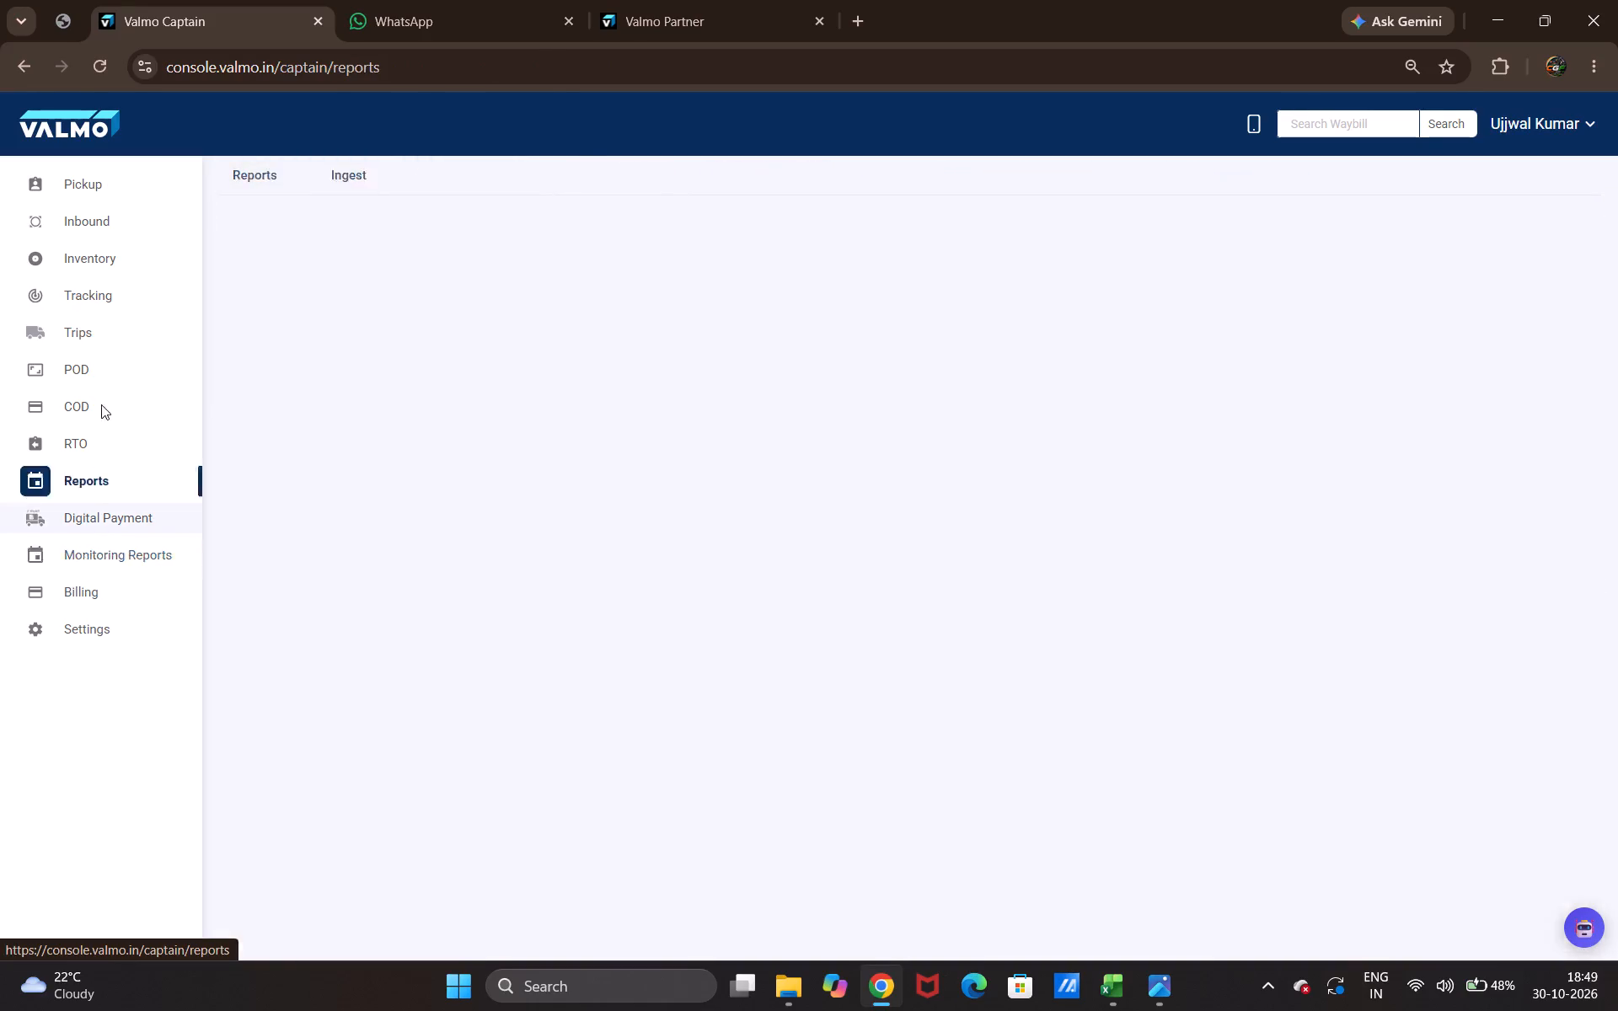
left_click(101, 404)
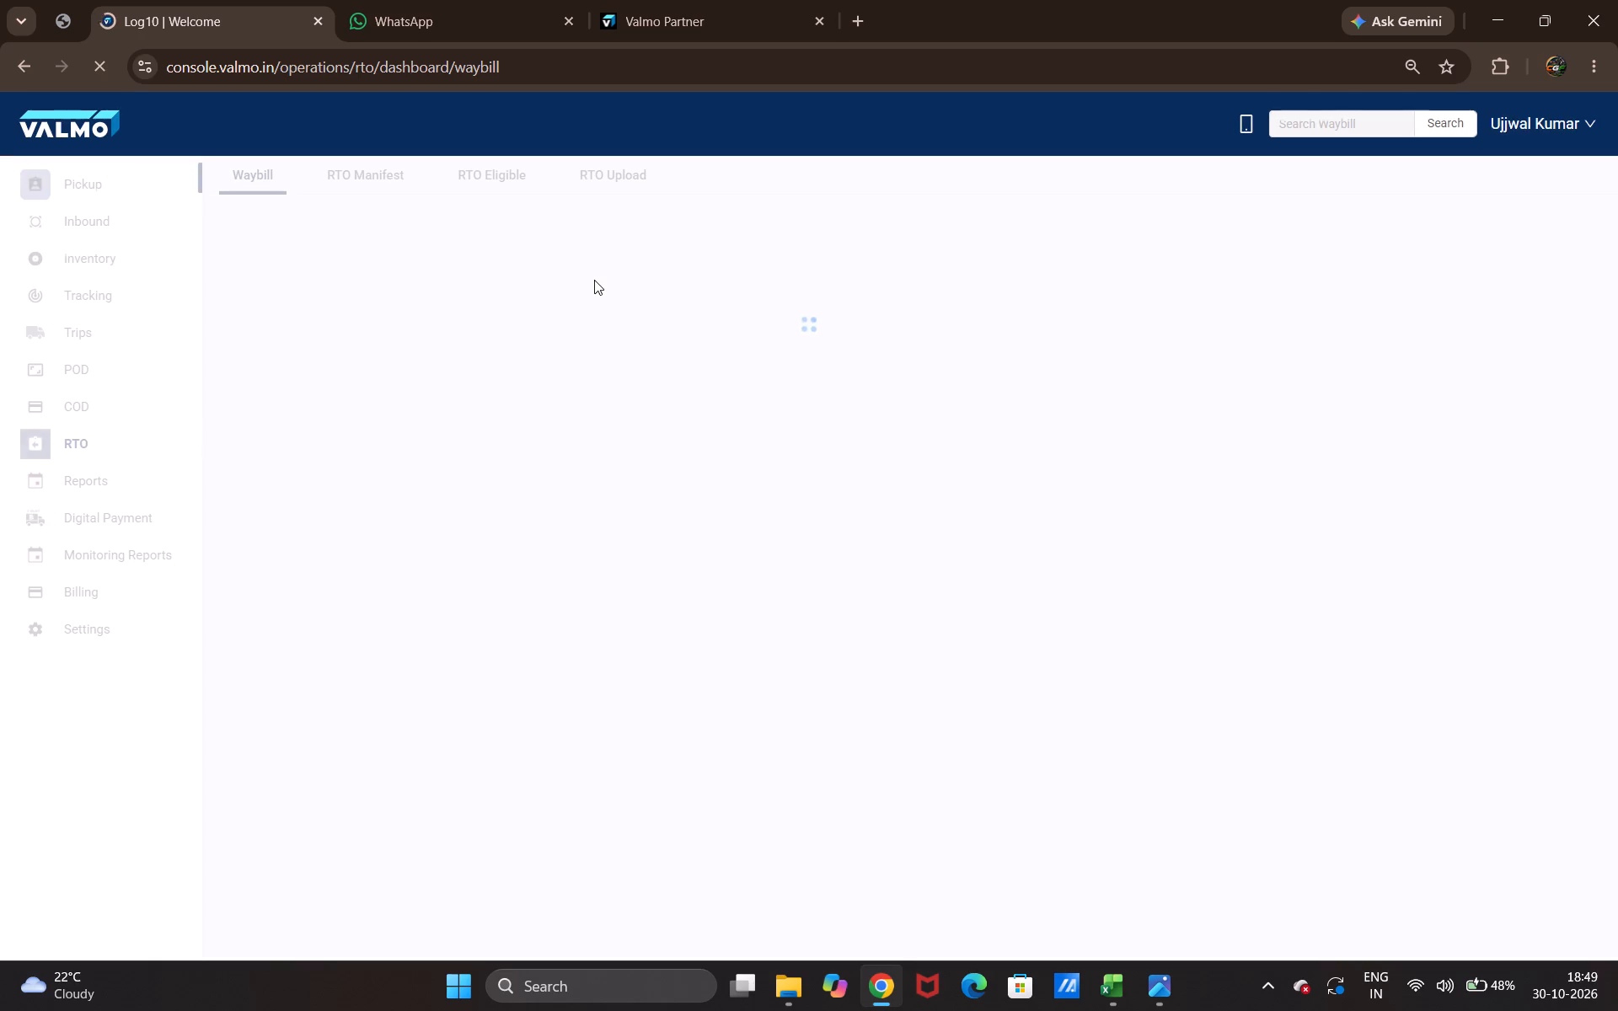